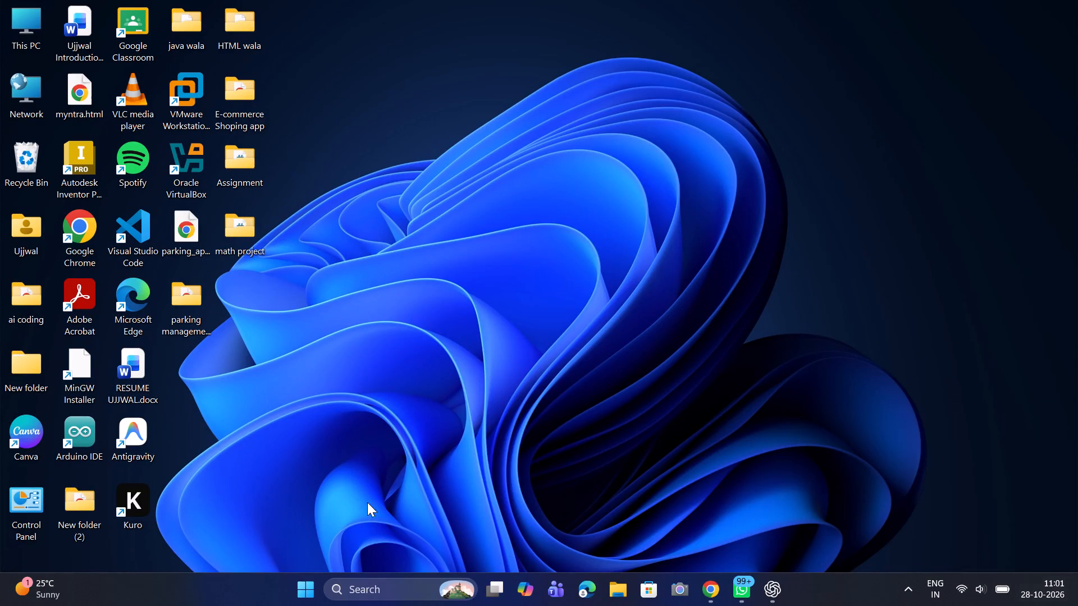
Switch to Google Chrome and enter "glams" as the address query in a new tab.
{"action": "left_click", "coordinate": [702, 596]}
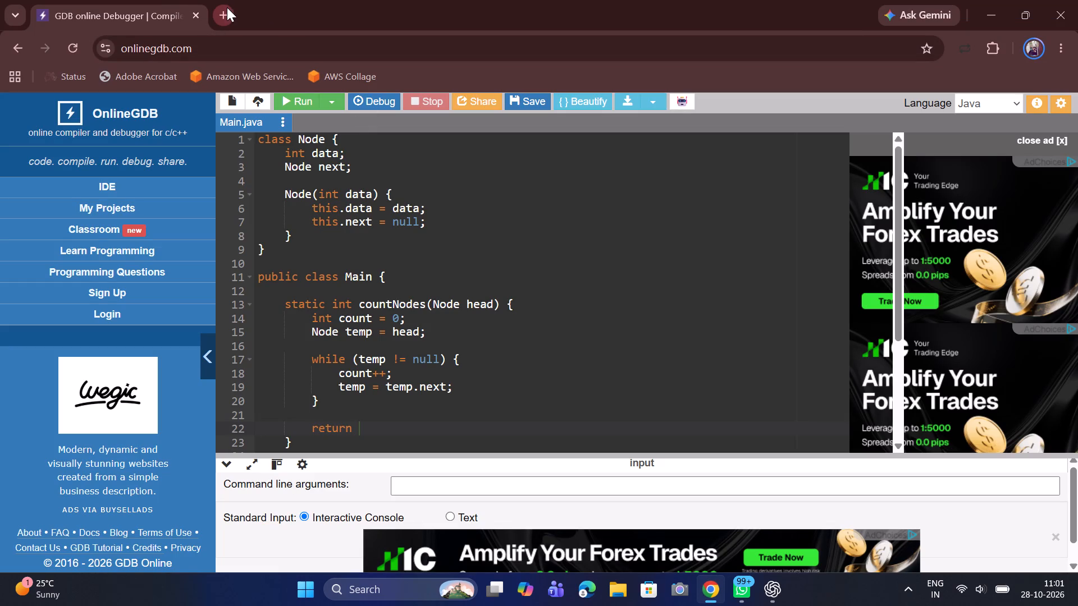
{"action": "left_click", "coordinate": [226, 10]}
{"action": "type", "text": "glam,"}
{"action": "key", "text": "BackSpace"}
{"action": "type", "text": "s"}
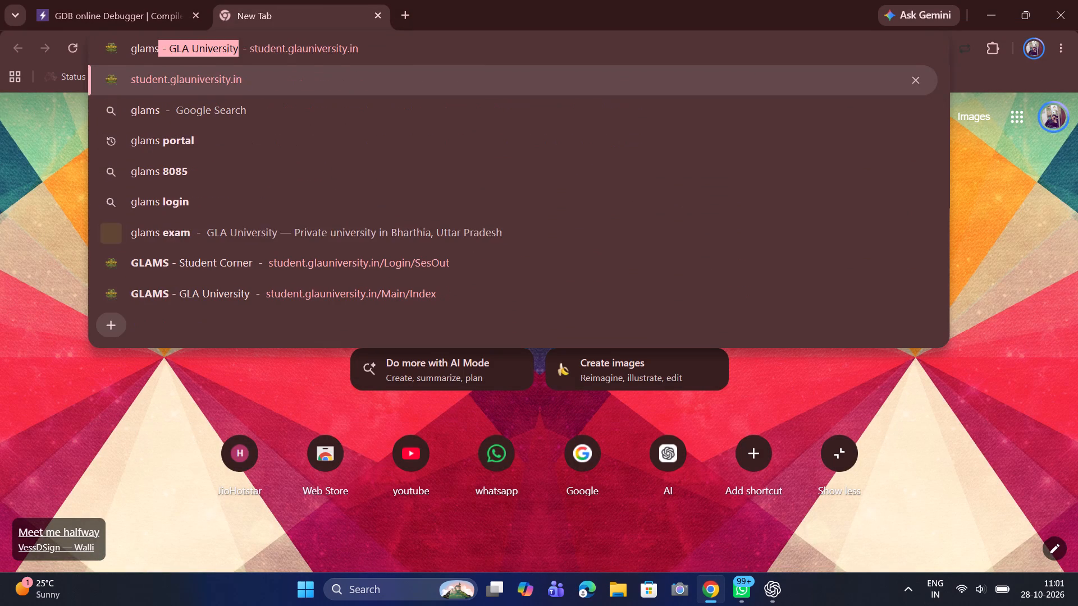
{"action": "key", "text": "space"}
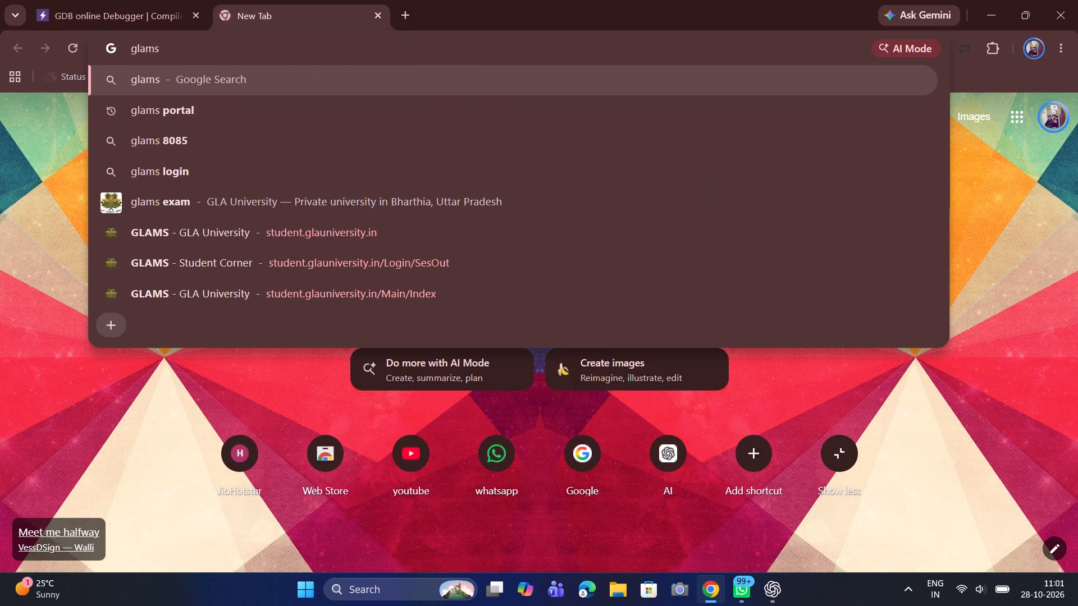
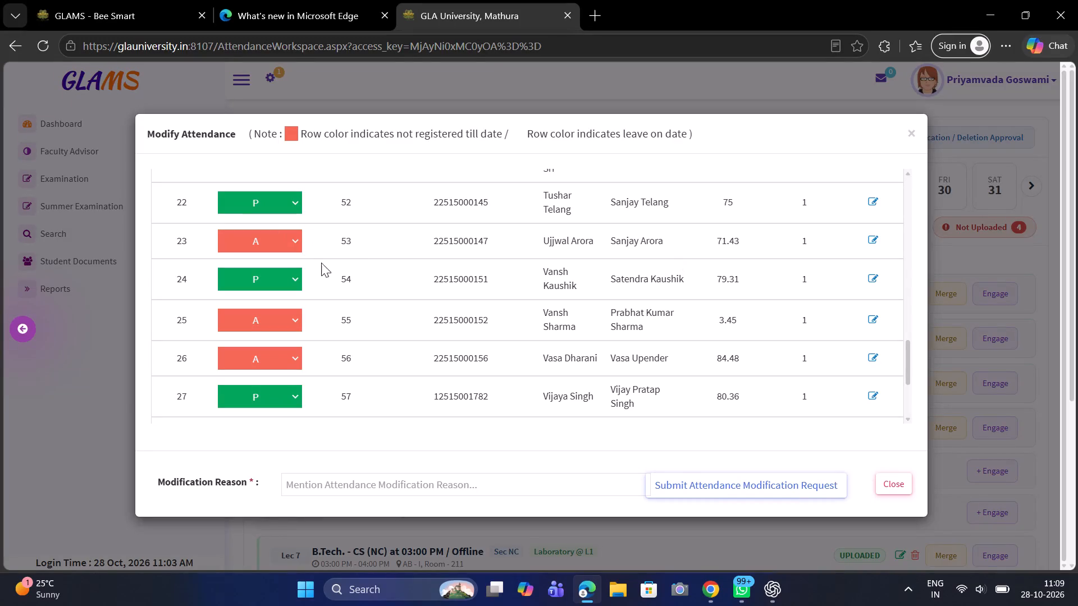
Mark the student in row 23 (roll number 53) as present (P) in the Lec 1 attendance.
{"action": "left_click", "coordinate": [293, 233]}
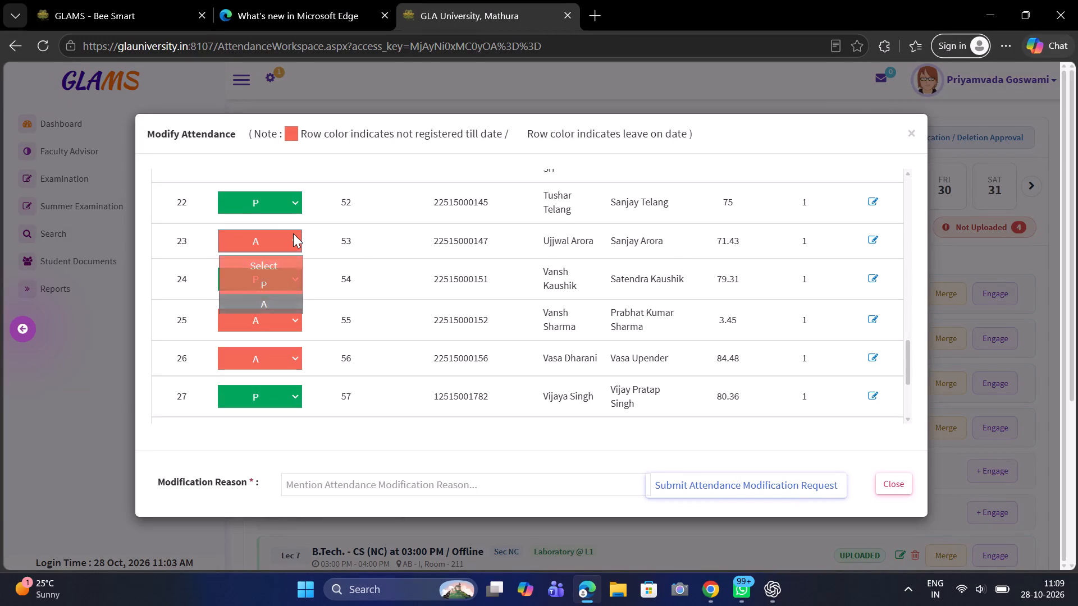
{"action": "left_click", "coordinate": [287, 287]}
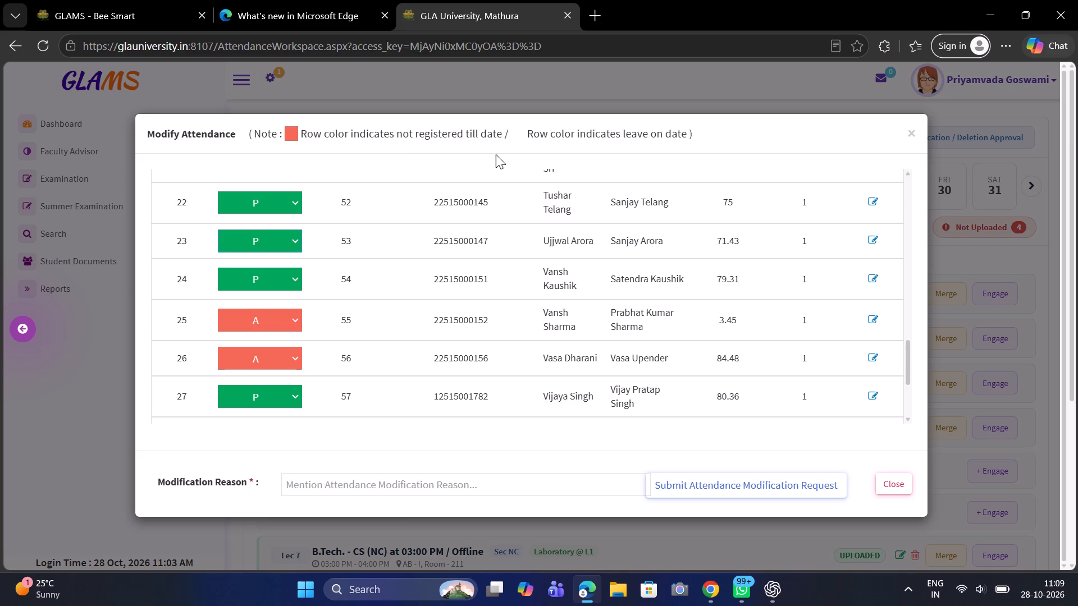
Mark the student in row 13 (roll number 43) as present (P) in the Lec 1 attendance.
{"action": "scroll", "coordinate": [496, 154], "scroll_direction": "up", "scroll_amount": 1}
{"action": "scroll", "coordinate": [508, 332], "scroll_direction": "up", "scroll_amount": 1}
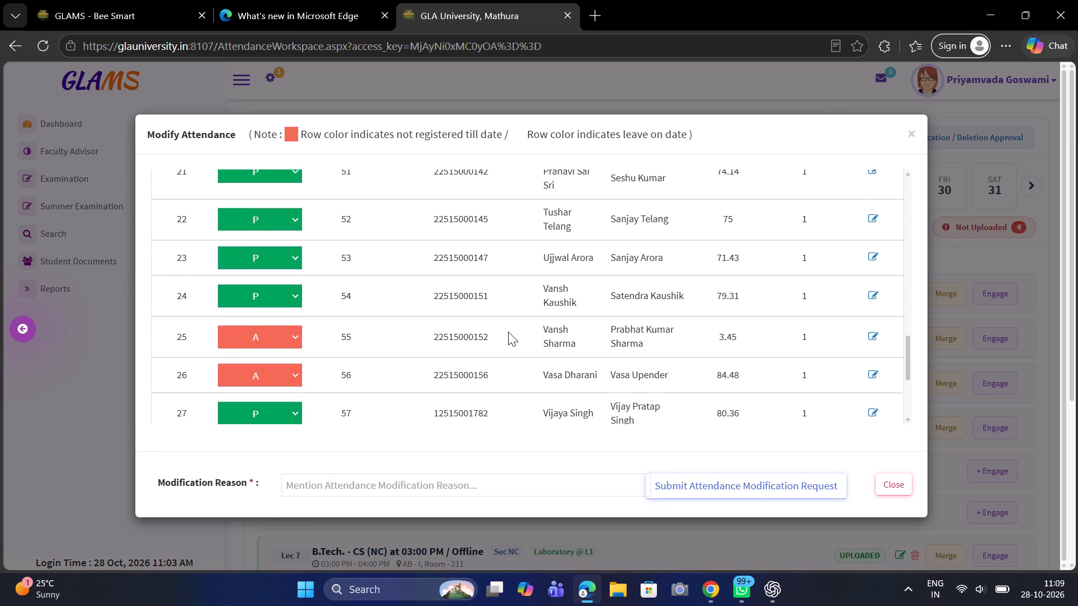
{"action": "scroll", "coordinate": [508, 332], "scroll_direction": "up", "scroll_amount": 1}
{"action": "scroll", "coordinate": [508, 332], "scroll_direction": "down", "scroll_amount": 2}
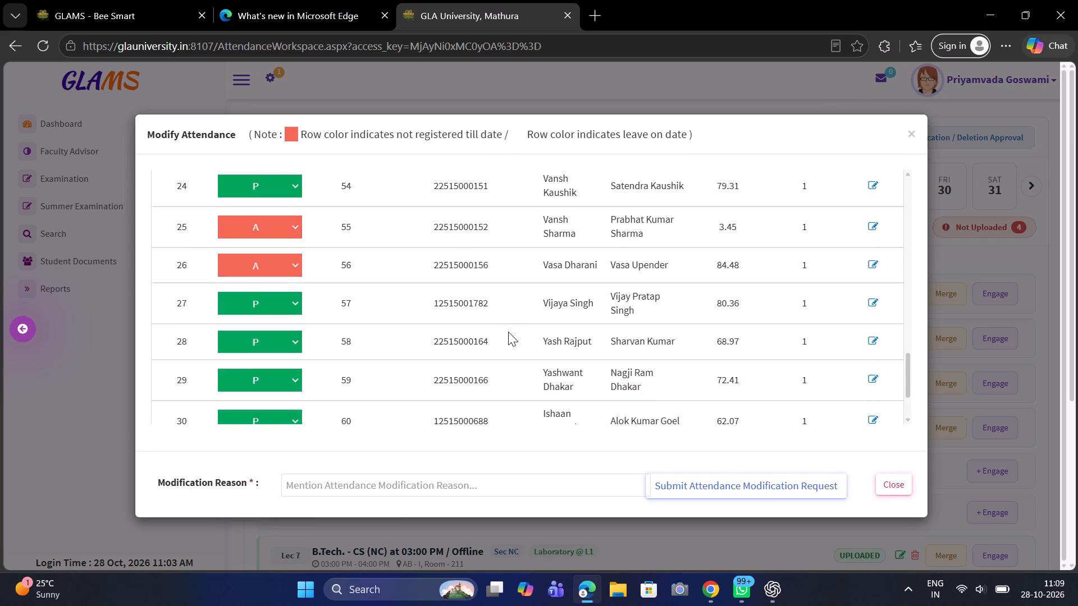
{"action": "scroll", "coordinate": [508, 332], "scroll_direction": "up", "scroll_amount": 2}
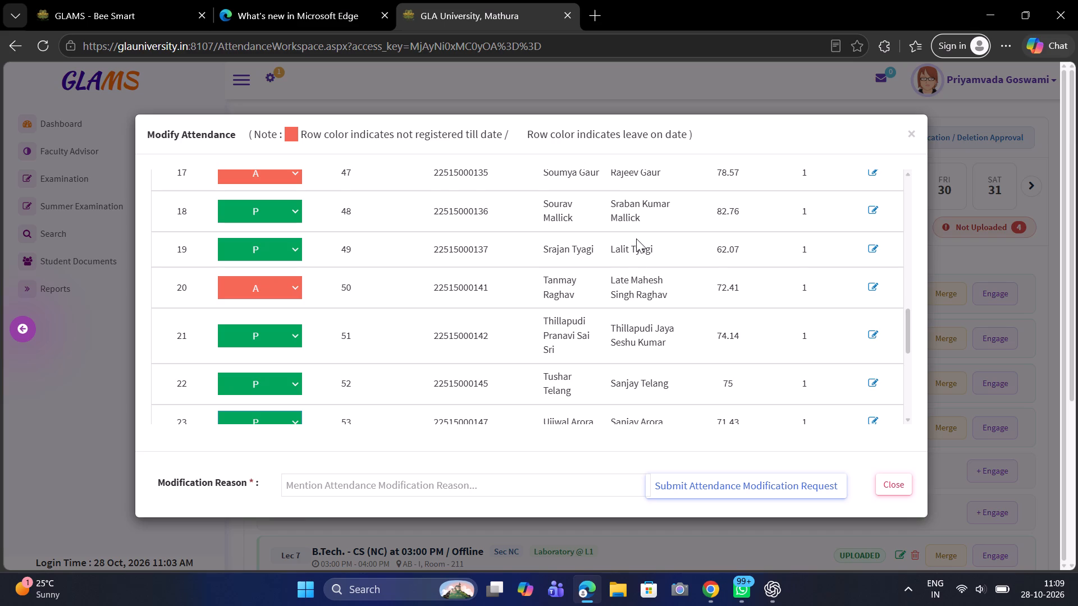
{"action": "scroll", "coordinate": [633, 252], "scroll_direction": "up", "scroll_amount": 2}
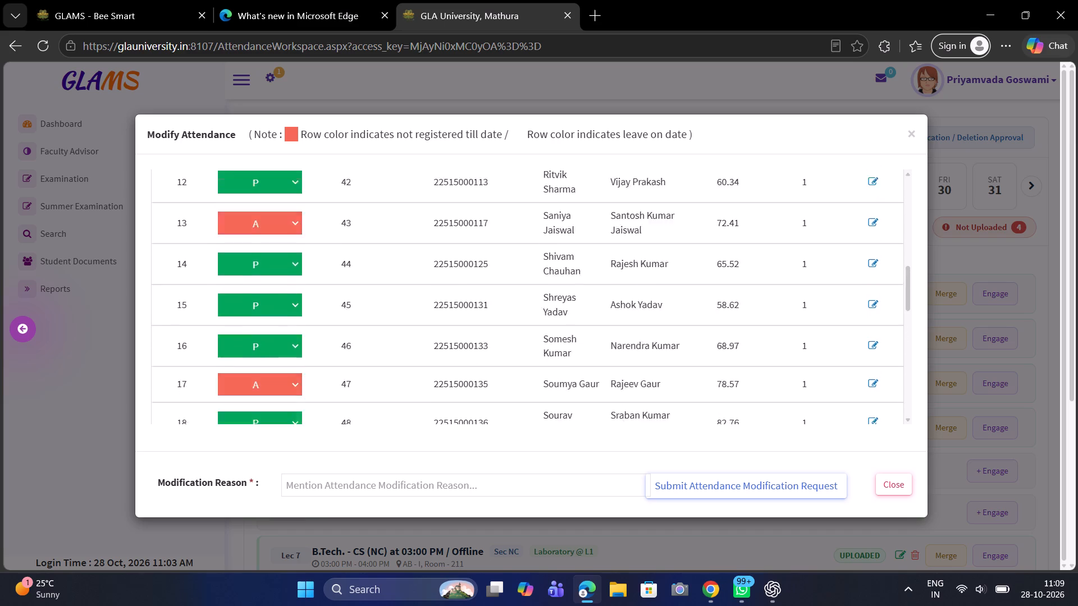
{"action": "scroll", "coordinate": [633, 252], "scroll_direction": "up", "scroll_amount": 2}
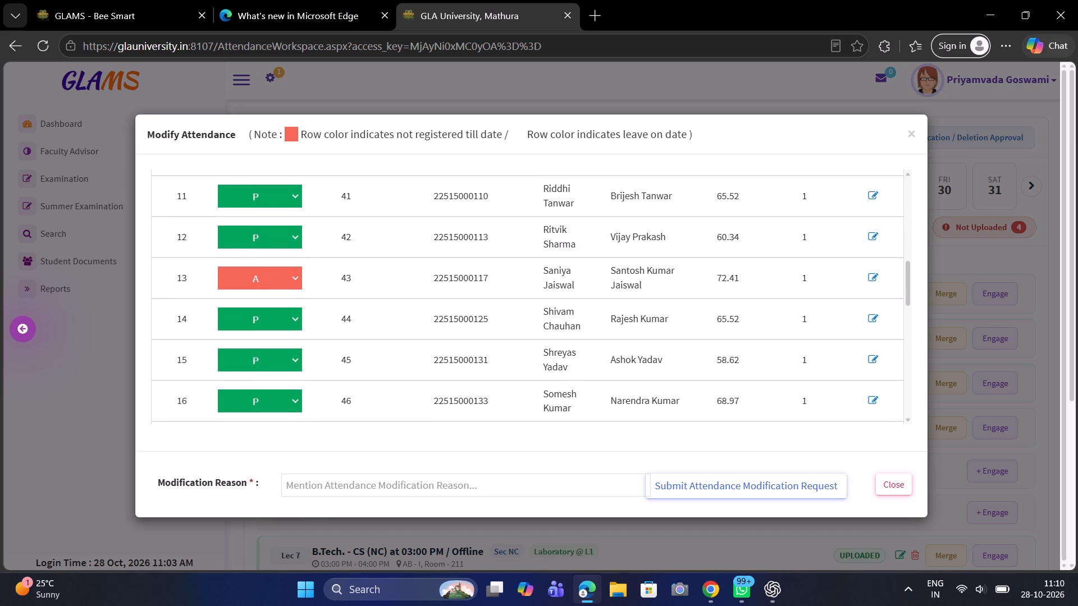
{"action": "scroll", "coordinate": [633, 252], "scroll_direction": "up", "scroll_amount": 1}
{"action": "left_click", "coordinate": [281, 280]}
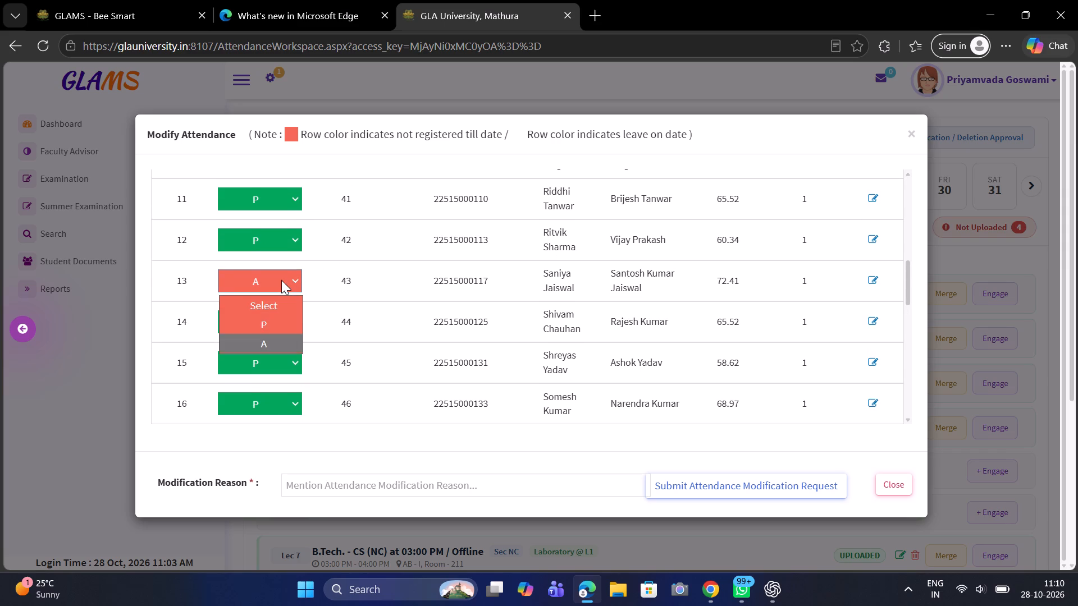
{"action": "left_click", "coordinate": [277, 320]}
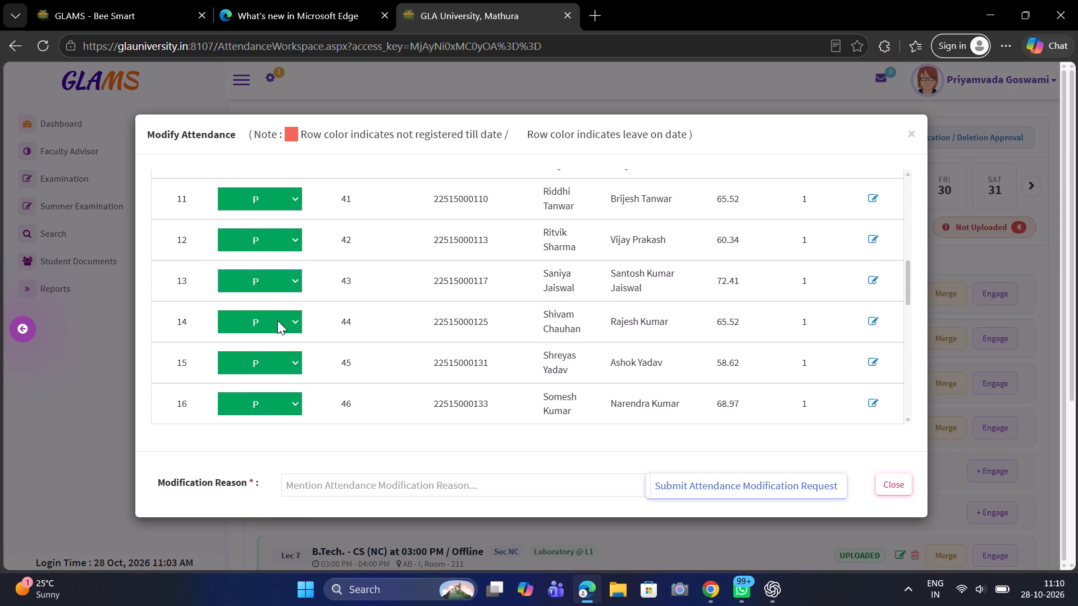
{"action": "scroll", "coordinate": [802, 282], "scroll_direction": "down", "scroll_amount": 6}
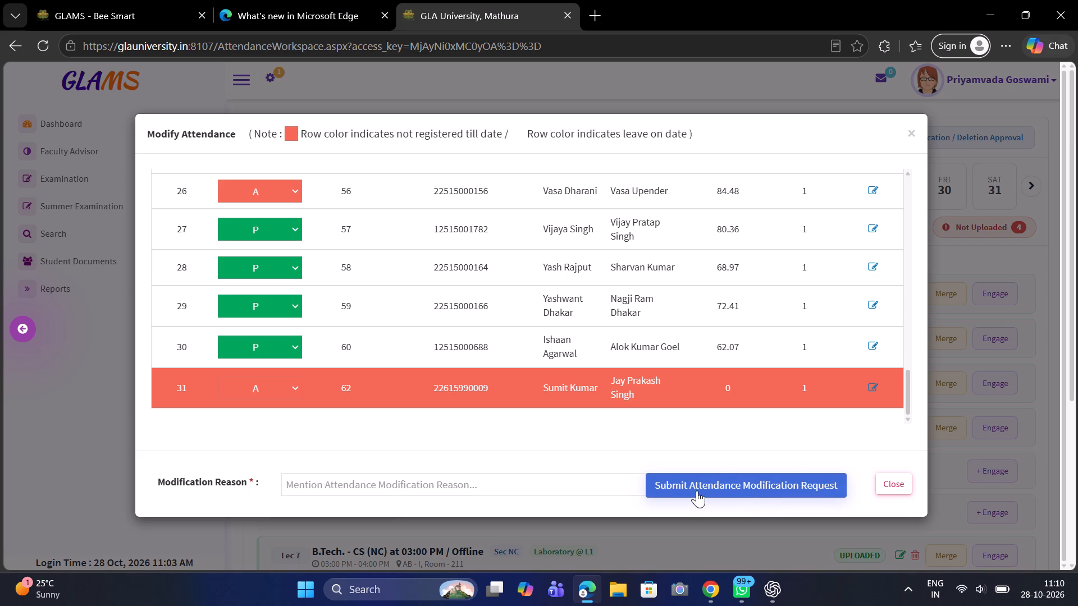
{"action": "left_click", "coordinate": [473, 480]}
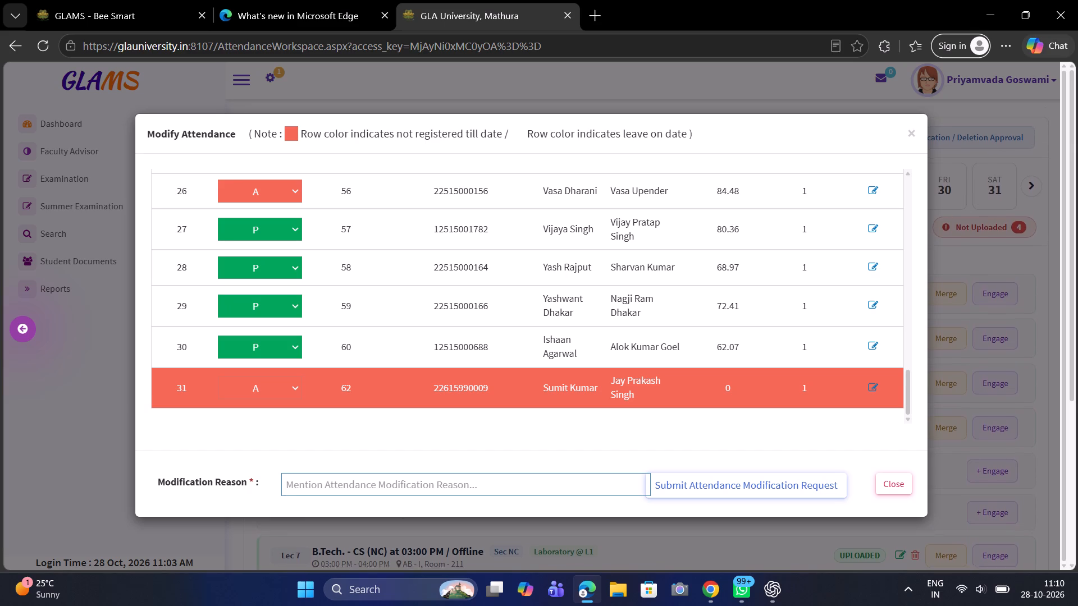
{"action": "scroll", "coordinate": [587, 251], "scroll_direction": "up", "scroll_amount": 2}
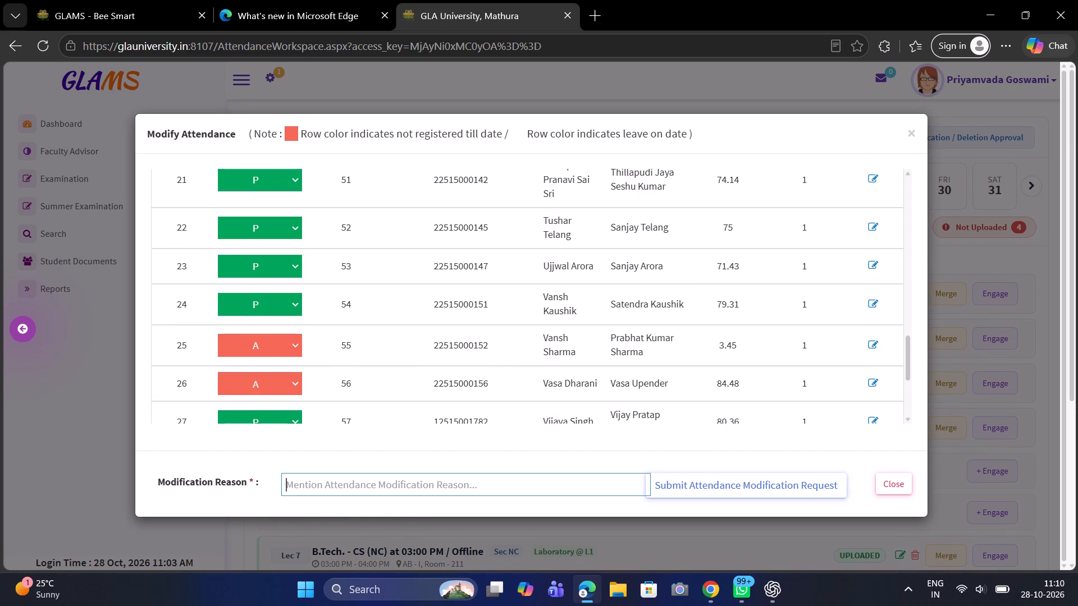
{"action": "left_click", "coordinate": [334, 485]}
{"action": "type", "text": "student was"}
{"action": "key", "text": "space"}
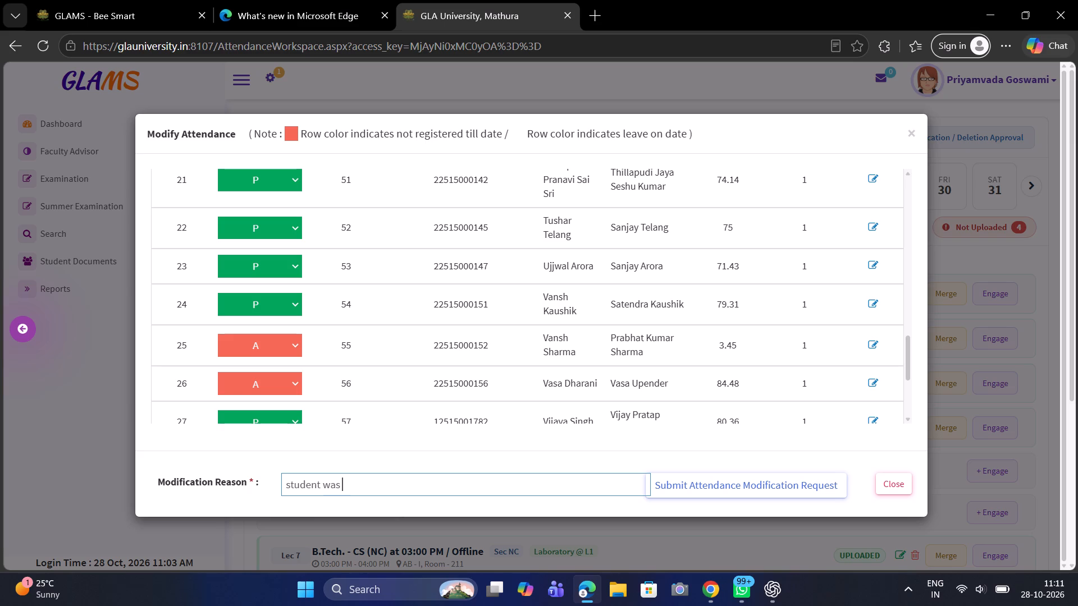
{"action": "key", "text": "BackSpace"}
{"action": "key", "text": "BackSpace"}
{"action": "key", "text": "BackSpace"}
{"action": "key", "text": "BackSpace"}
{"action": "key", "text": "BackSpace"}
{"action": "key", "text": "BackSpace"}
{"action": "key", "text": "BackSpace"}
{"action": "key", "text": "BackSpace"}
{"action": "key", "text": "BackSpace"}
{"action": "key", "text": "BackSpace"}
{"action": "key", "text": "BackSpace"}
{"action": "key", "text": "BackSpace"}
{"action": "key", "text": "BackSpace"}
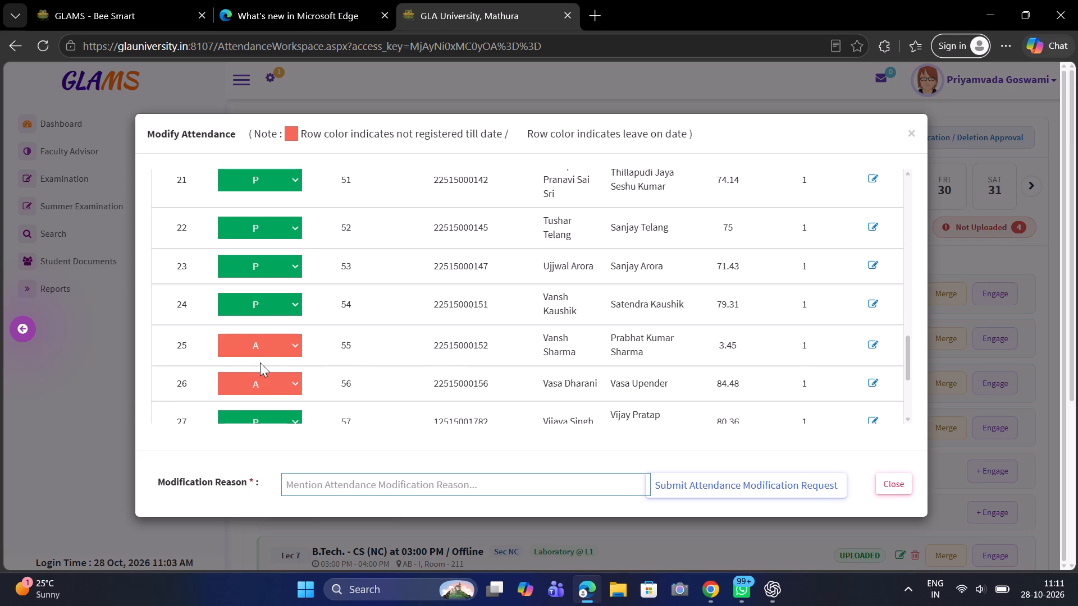
Enter the modification reason "Student were indulged in the event", correcting the misspelled words.
{"action": "scroll", "coordinate": [260, 362], "scroll_direction": "down", "scroll_amount": 3}
{"action": "scroll", "coordinate": [260, 362], "scroll_direction": "up", "scroll_amount": 1}
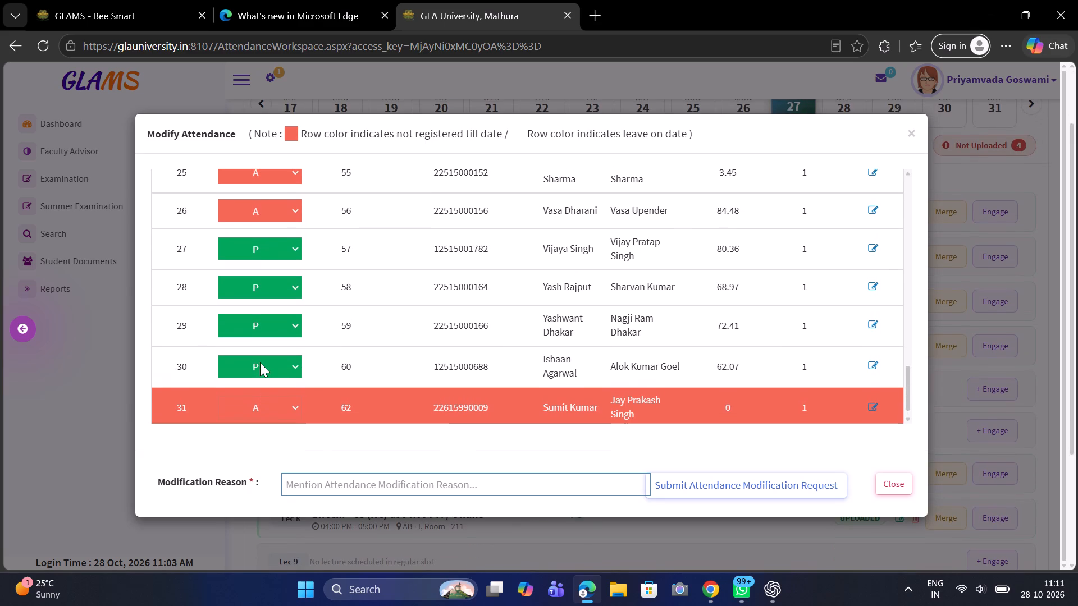
{"action": "left_click", "coordinate": [328, 476]}
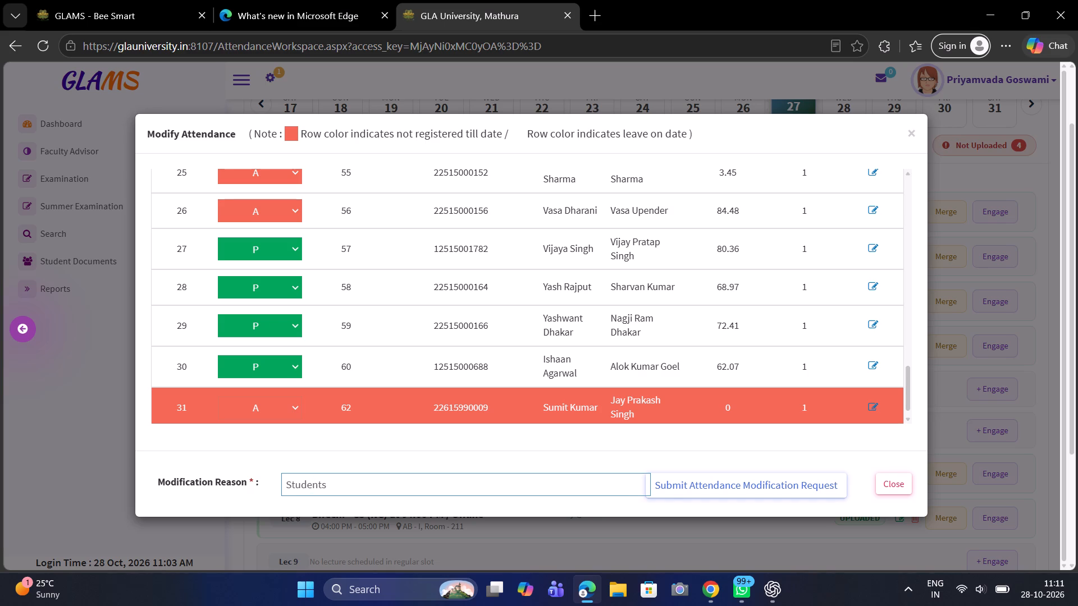
{"action": "key", "text": "space"}
{"action": "key", "text": "BackSpace"}
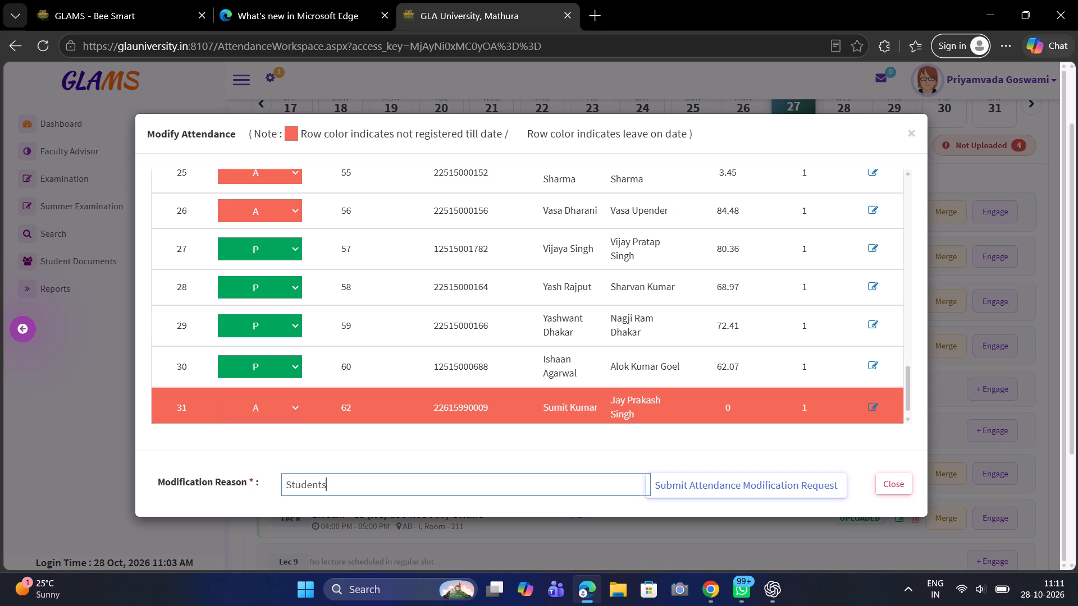
{"action": "key", "text": "BackSpace"}
{"action": "key", "text": "space"}
{"action": "type", "text": "were induldeg in the event"}
{"action": "key", "text": "space"}
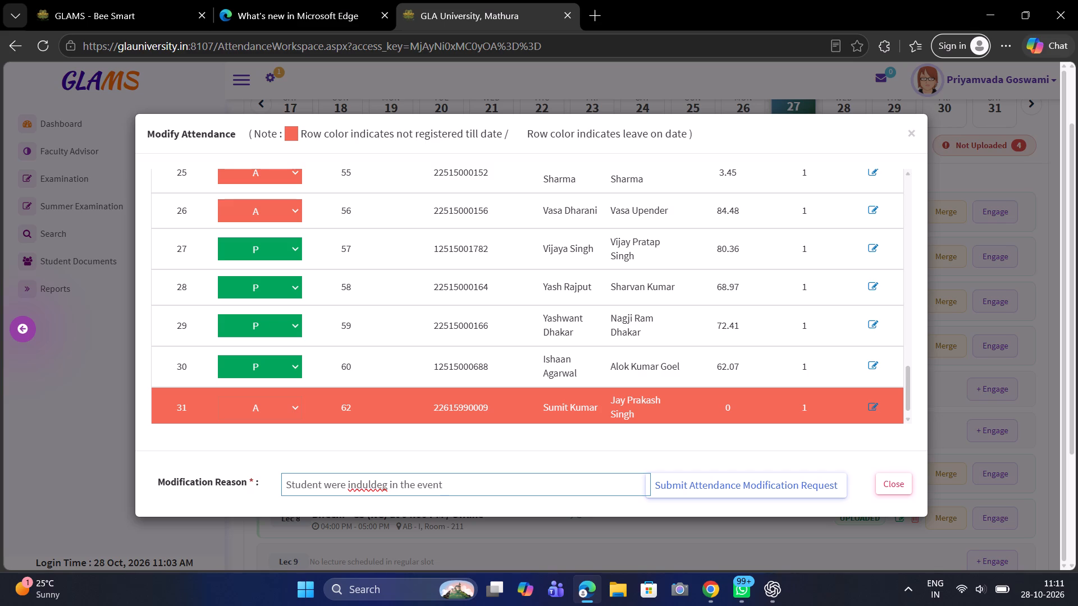
{"action": "key", "text": "BackSpace"}
{"action": "key", "text": "BackSpace"}
{"action": "key", "text": "BackSpace"}
{"action": "key", "text": "BackSpace"}
{"action": "key", "text": "BackSpace"}
{"action": "key", "text": "BackSpace"}
{"action": "key", "text": "BackSpace"}
{"action": "key", "text": "BackSpace"}
{"action": "key", "text": "BackSpace"}
{"action": "key", "text": "BackSpace"}
{"action": "key", "text": "BackSpace"}
{"action": "key", "text": "BackSpace"}
{"action": "key", "text": "BackSpace"}
{"action": "key", "text": "BackSpace"}
{"action": "key", "text": "BackSpace"}
{"action": "key", "text": "BackSpace"}
{"action": "key", "text": "BackSpace"}
{"action": "type", "text": "dged in the evnt"}
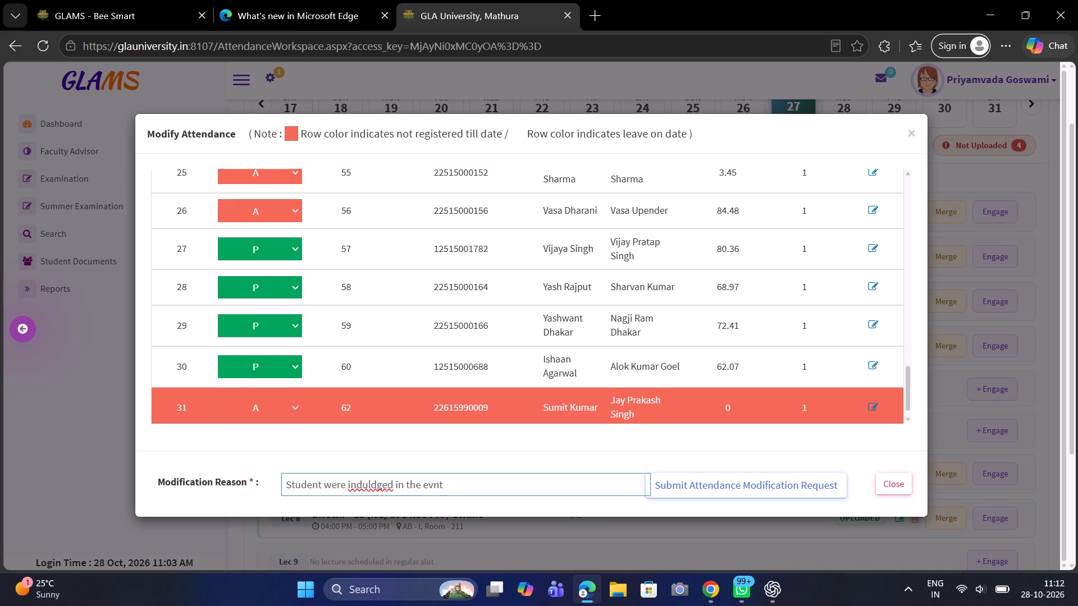
{"action": "key", "text": "space"}
{"action": "key", "text": "BackSpace"}
{"action": "key", "text": "BackSpace"}
{"action": "key", "text": "BackSpace"}
{"action": "key", "text": "BackSpace"}
{"action": "type", "text": "vent"}
{"action": "key", "text": "space"}
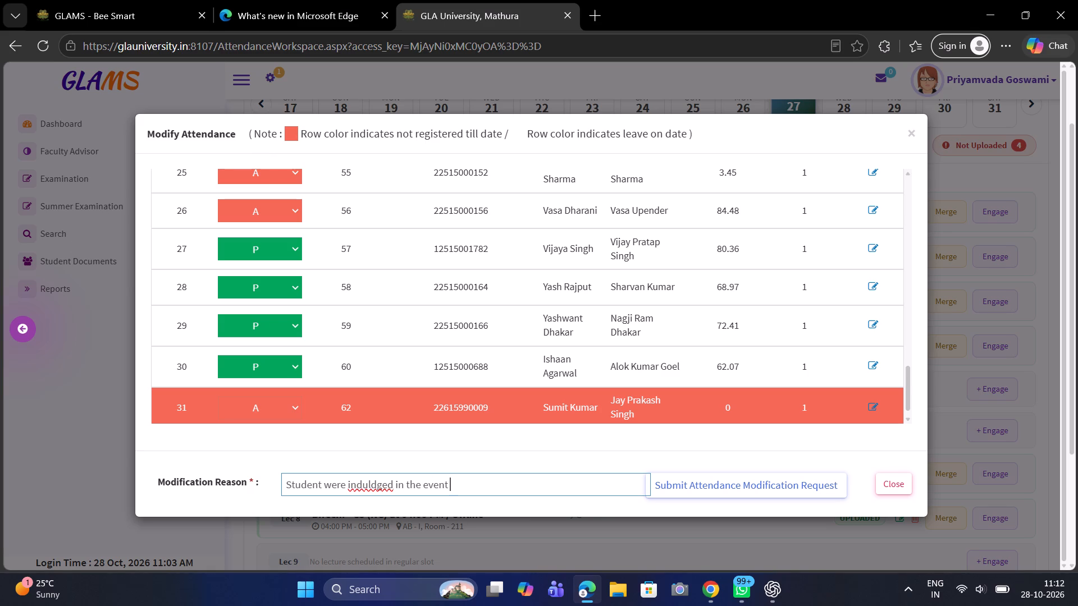
{"action": "left_click", "coordinate": [378, 480]}
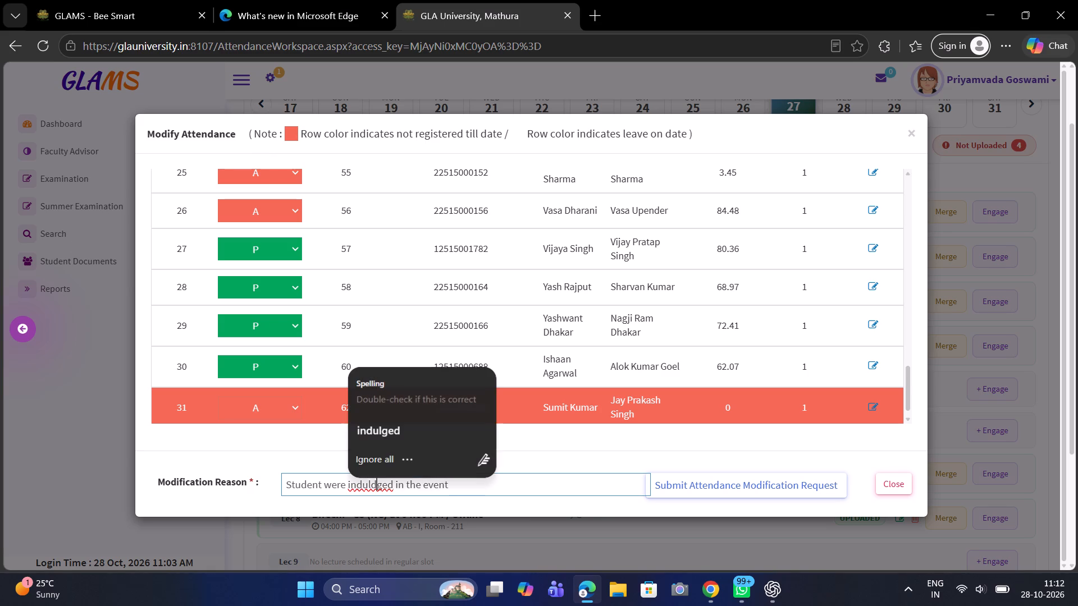
{"action": "left_click", "coordinate": [393, 420]}
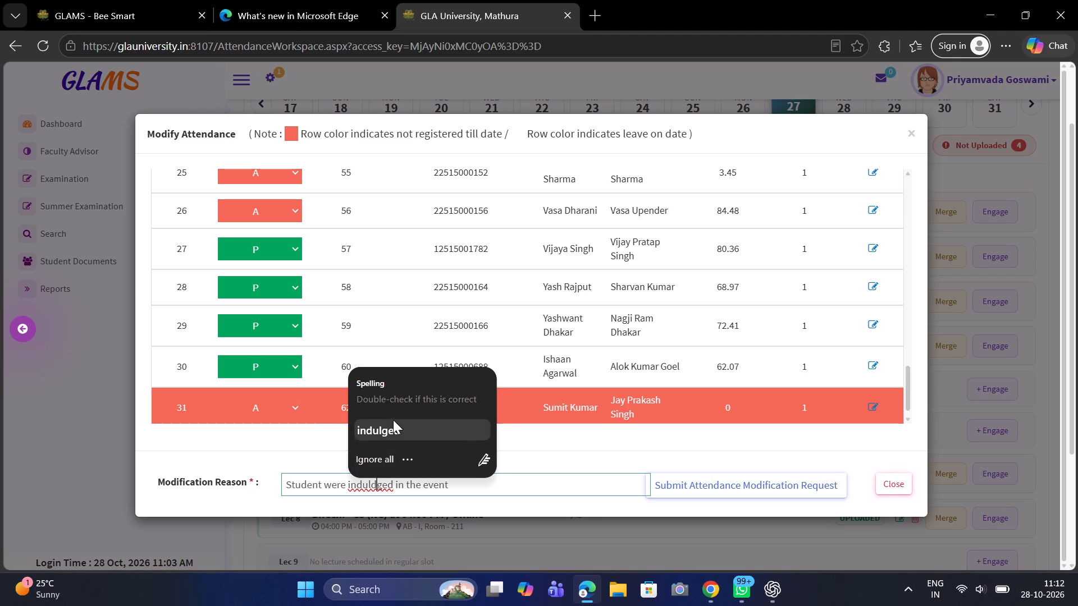
{"action": "left_click", "coordinate": [462, 480]}
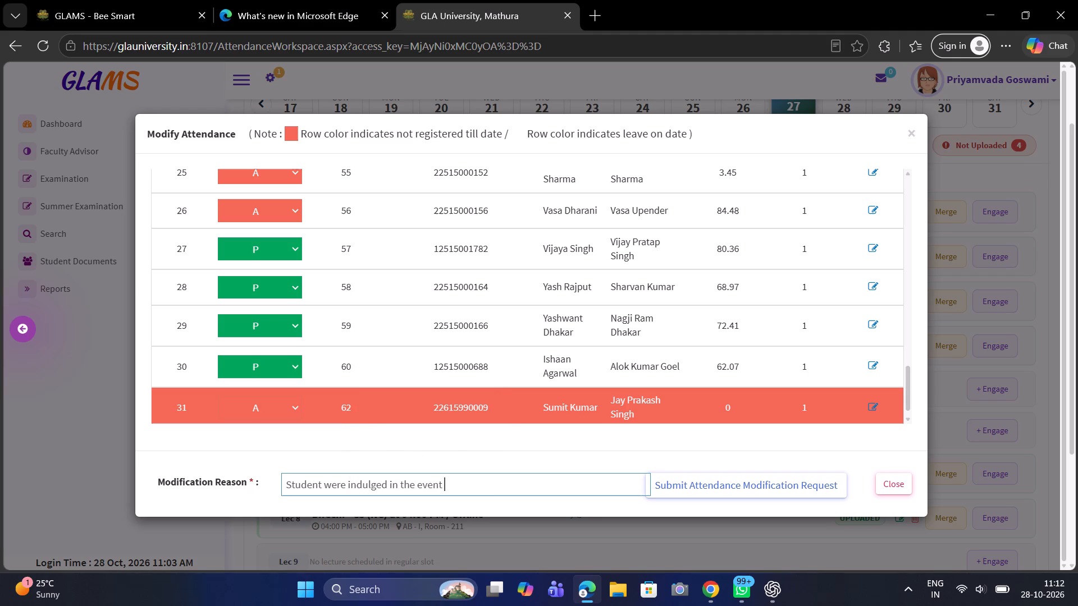
Extend the modification reason to "Student were indulged in the event without prior information to the faculty".
{"action": "type", "text": "with no prior"}
{"action": "key", "text": "space"}
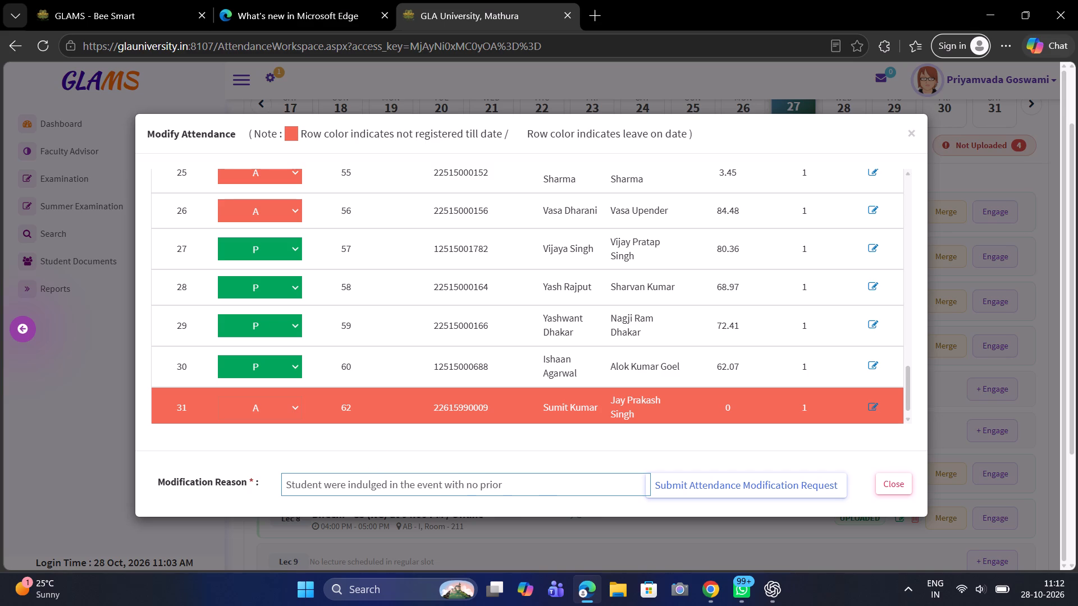
{"action": "type", "text": "information to the facult"}
{"action": "left_click", "coordinate": [478, 485]}
{"action": "key", "text": "BackSpace"}
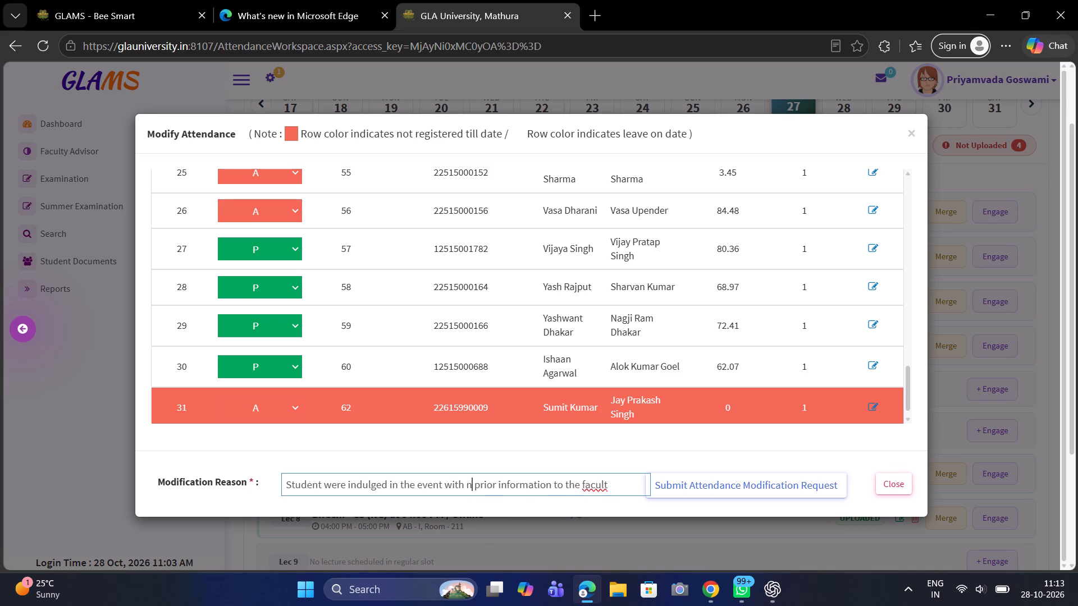
{"action": "key", "text": "BackSpace"}
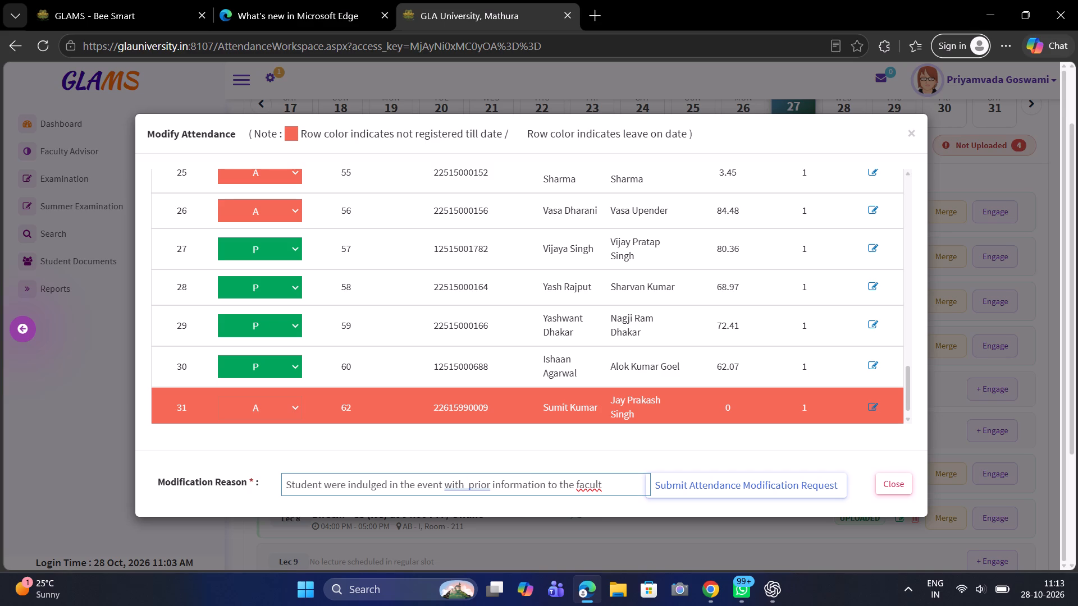
{"action": "key", "text": "BackSpace"}
{"action": "type", "text": "out"}
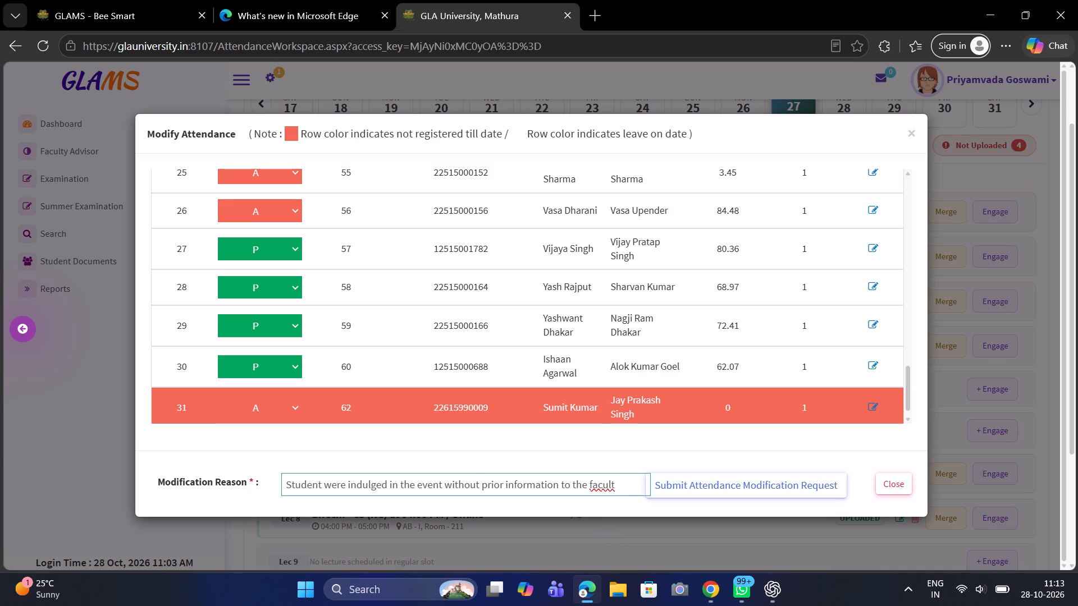
{"action": "left_click", "coordinate": [622, 485]}
{"action": "type", "text": "y"}
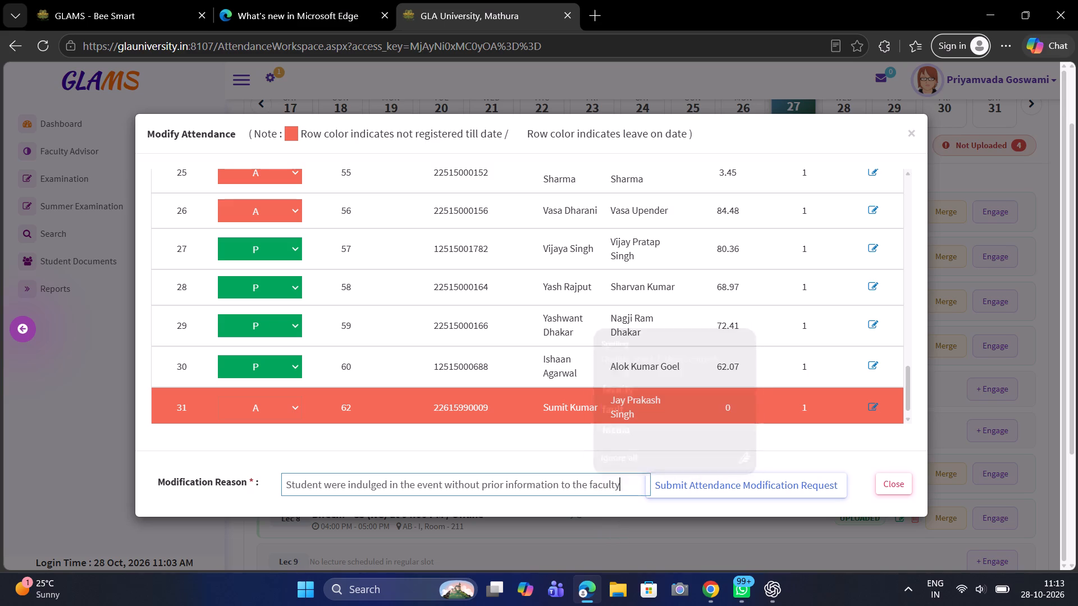
Append "which lead to the discrepancy occured in the same." to the end of the modification reason.
{"action": "key", "text": "space"}
{"action": "type", "text": "which lead to the s"}
{"action": "key", "text": "BackSpace"}
{"action": "type", "text": "dis"}
{"action": "type", "text": "ce"}
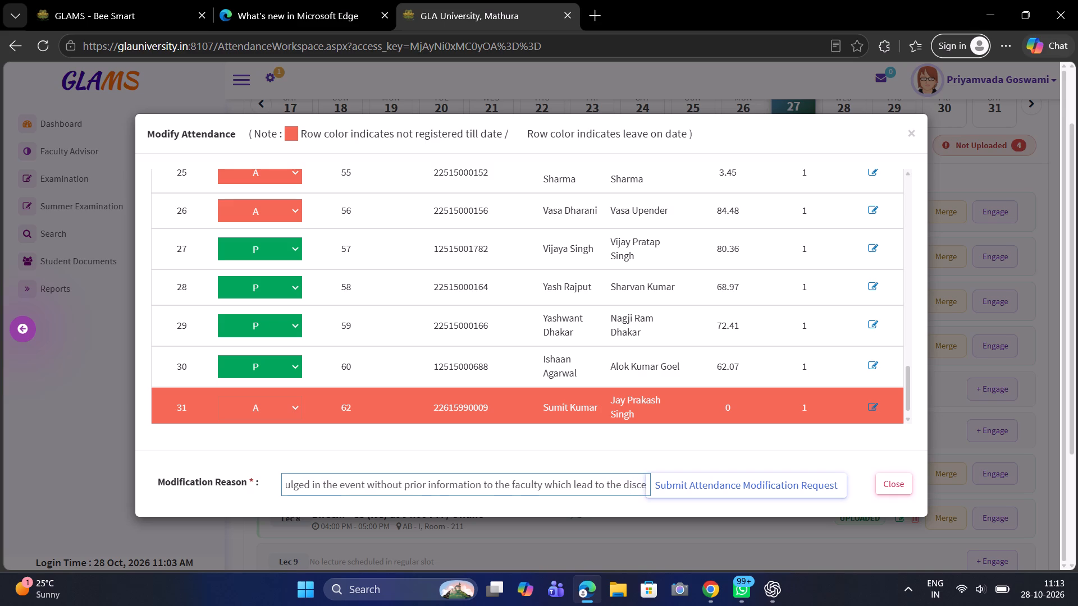
{"action": "key", "text": "BackSpace"}
{"action": "type", "text": "repancy occured in the same."}
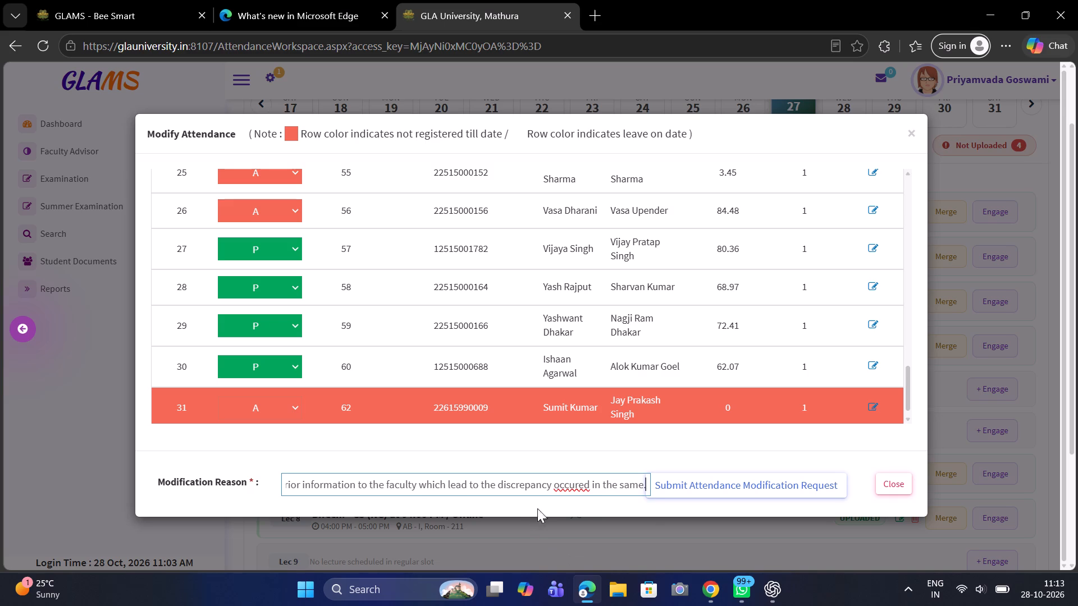
{"action": "left_click", "coordinate": [575, 485]}
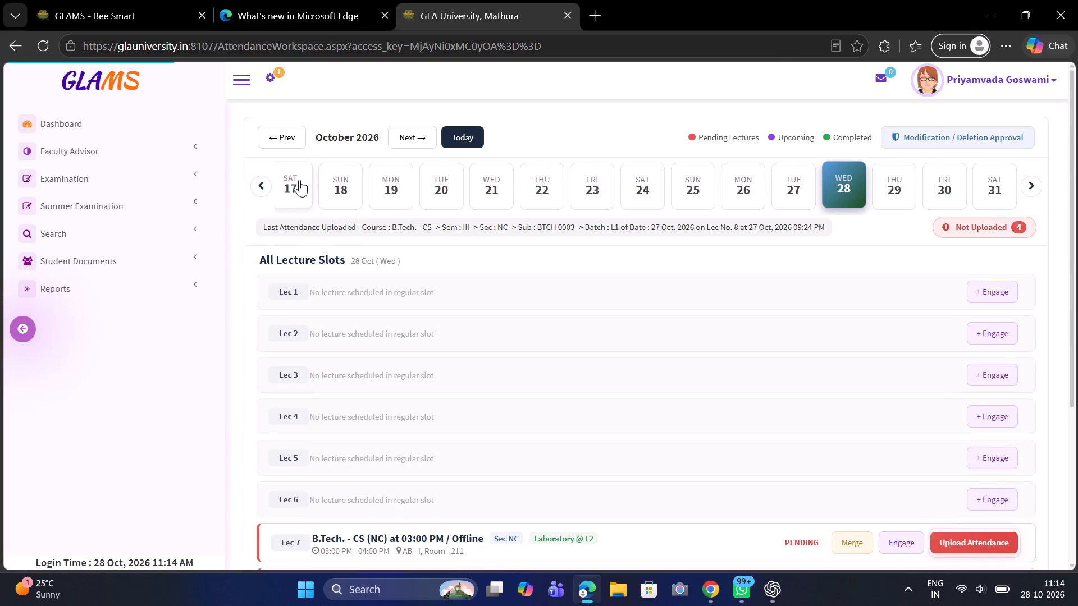
{"action": "left_click", "coordinate": [298, 180]}
{"action": "left_click", "coordinate": [269, 183]}
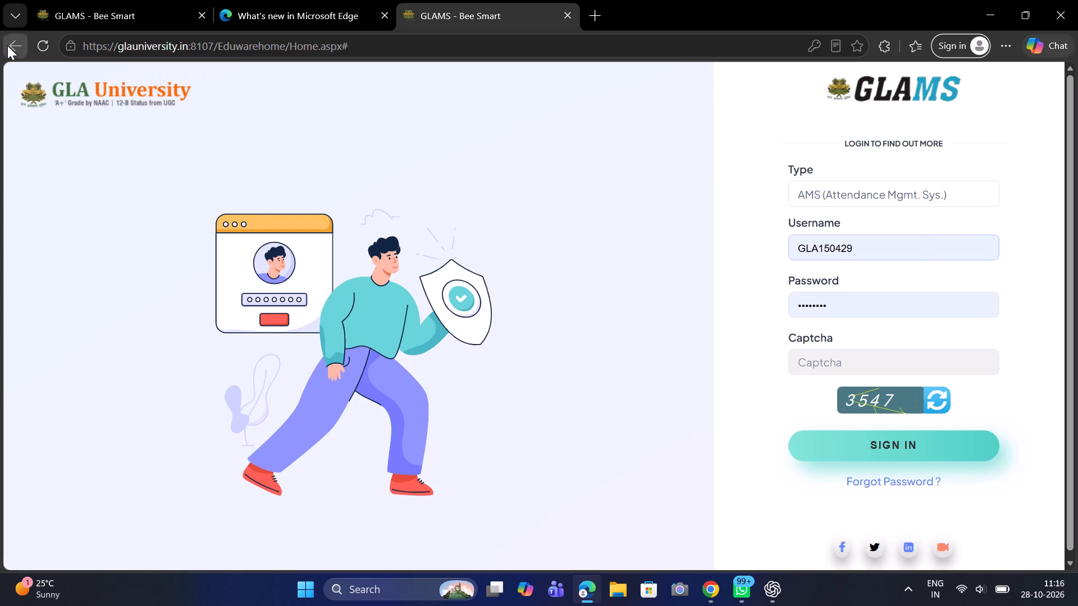
{"action": "left_click", "coordinate": [7, 45]}
{"action": "left_click", "coordinate": [7, 45]}
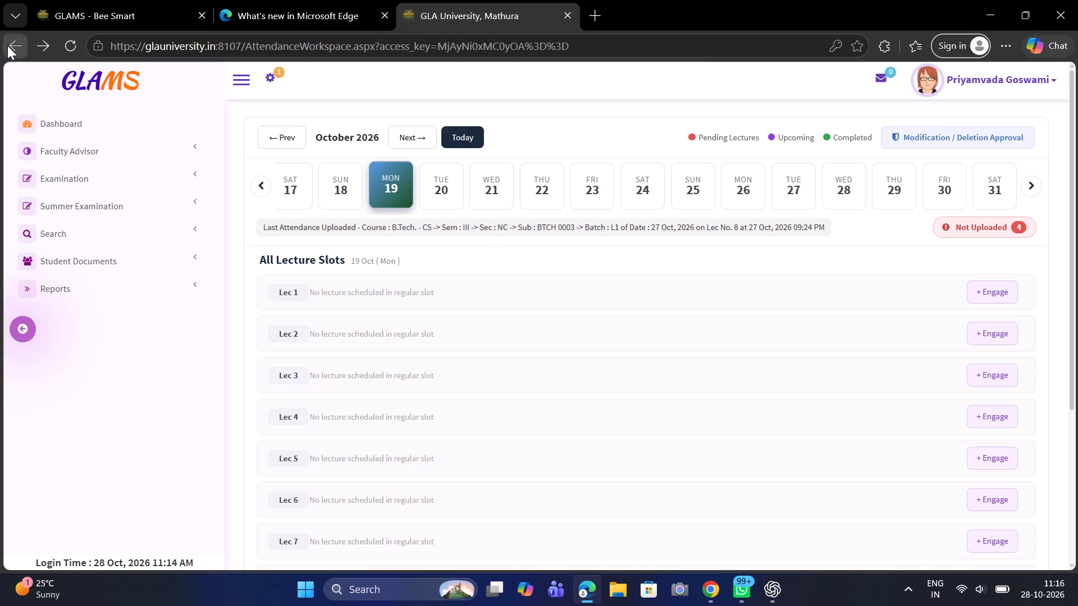
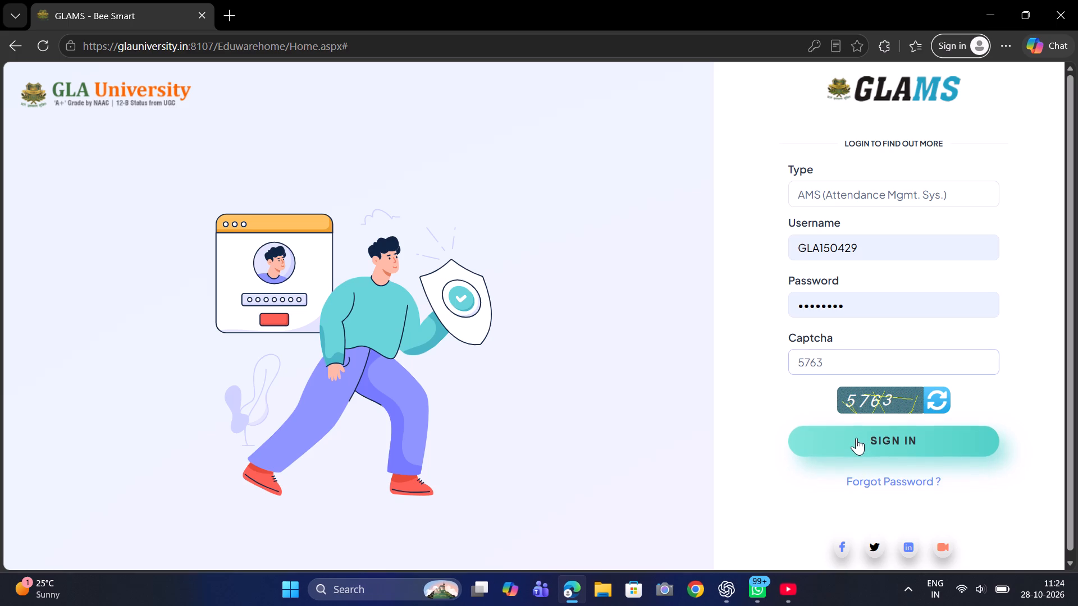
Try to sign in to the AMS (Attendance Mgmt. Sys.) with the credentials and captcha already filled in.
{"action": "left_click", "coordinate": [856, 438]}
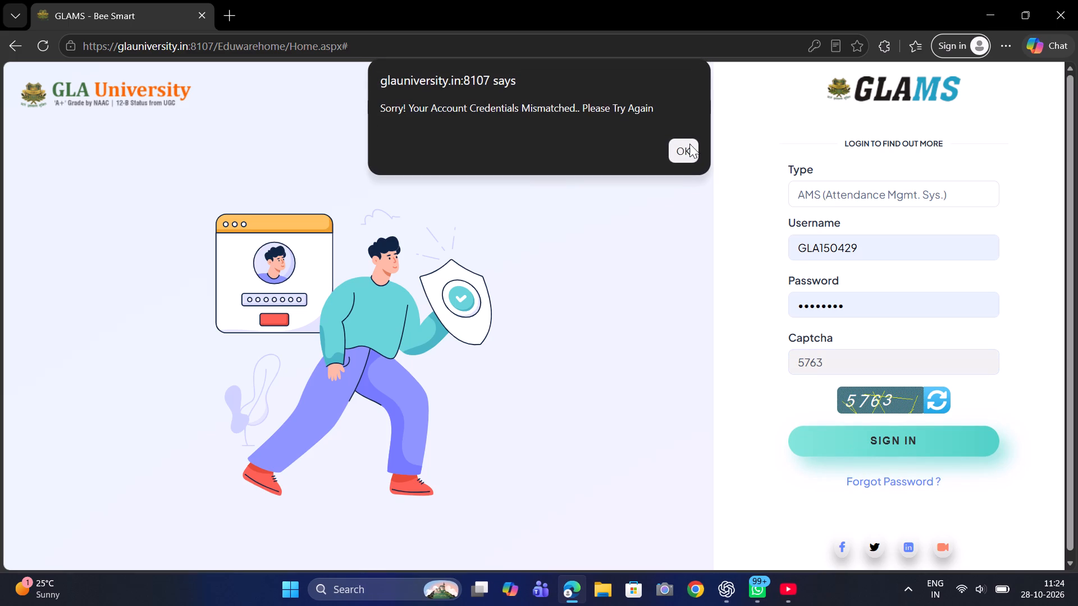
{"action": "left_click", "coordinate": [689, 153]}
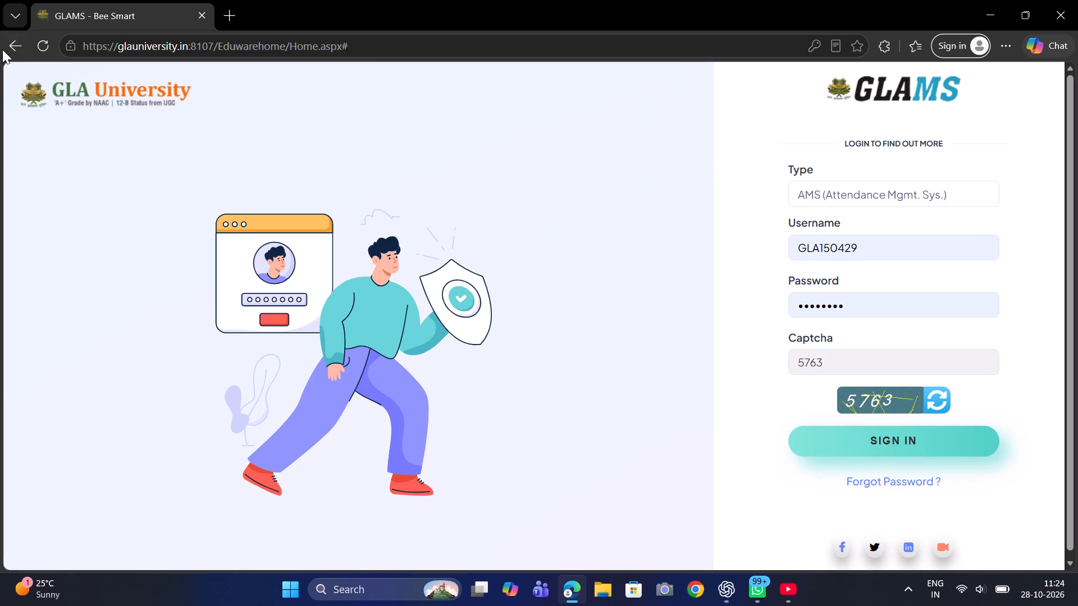
Go back to the Subject Attendance Analytics page and log out of the GLAMS faculty account.
{"action": "left_click", "coordinate": [10, 41]}
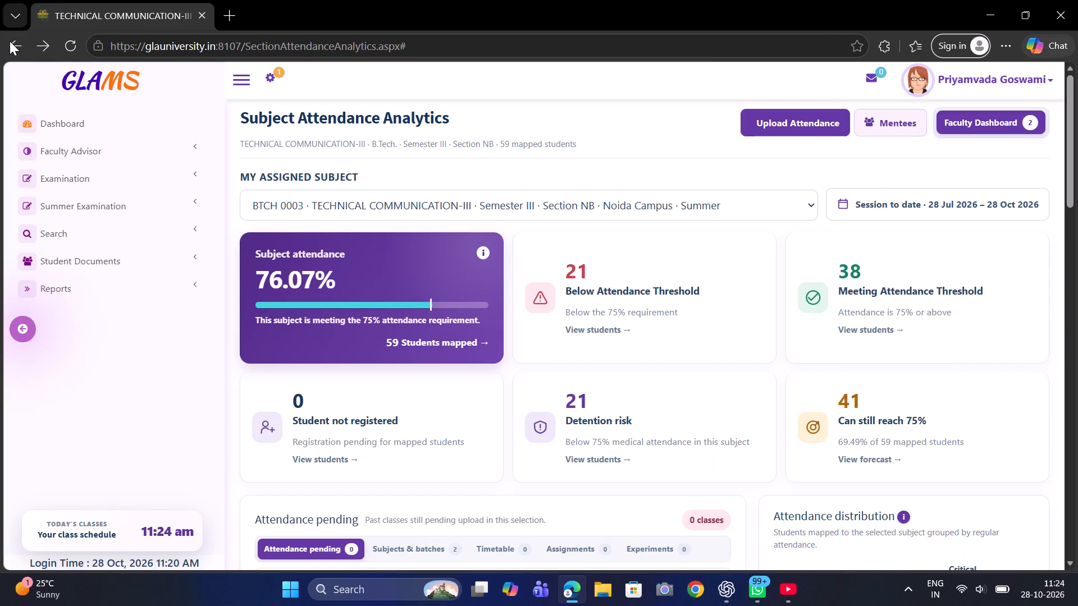
{"action": "left_click", "coordinate": [10, 41]}
{"action": "left_click", "coordinate": [10, 41]}
{"action": "left_click", "coordinate": [972, 86]}
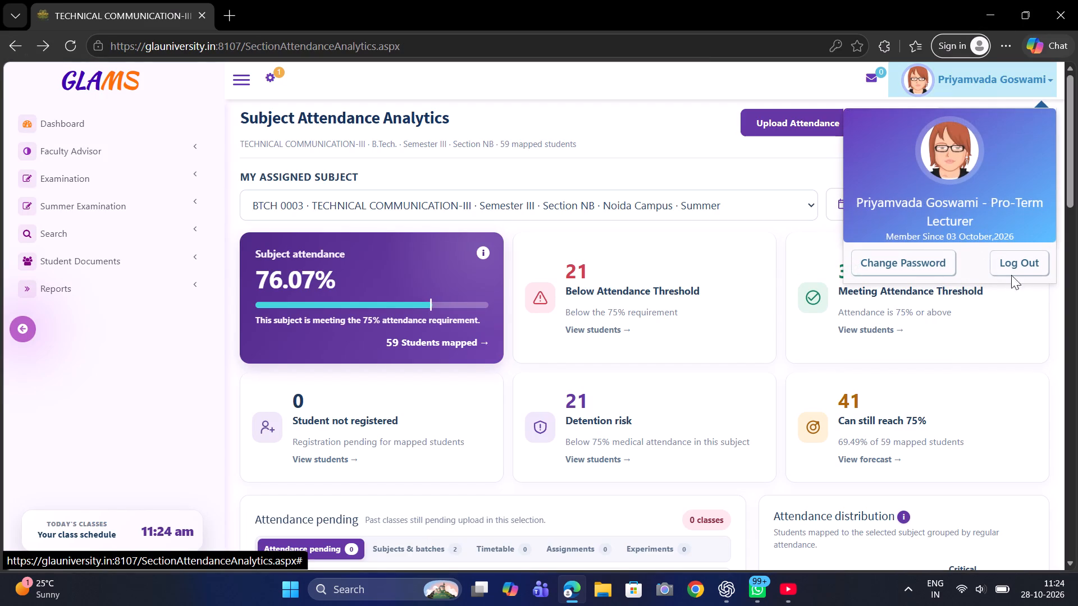
{"action": "left_click", "coordinate": [1024, 265]}
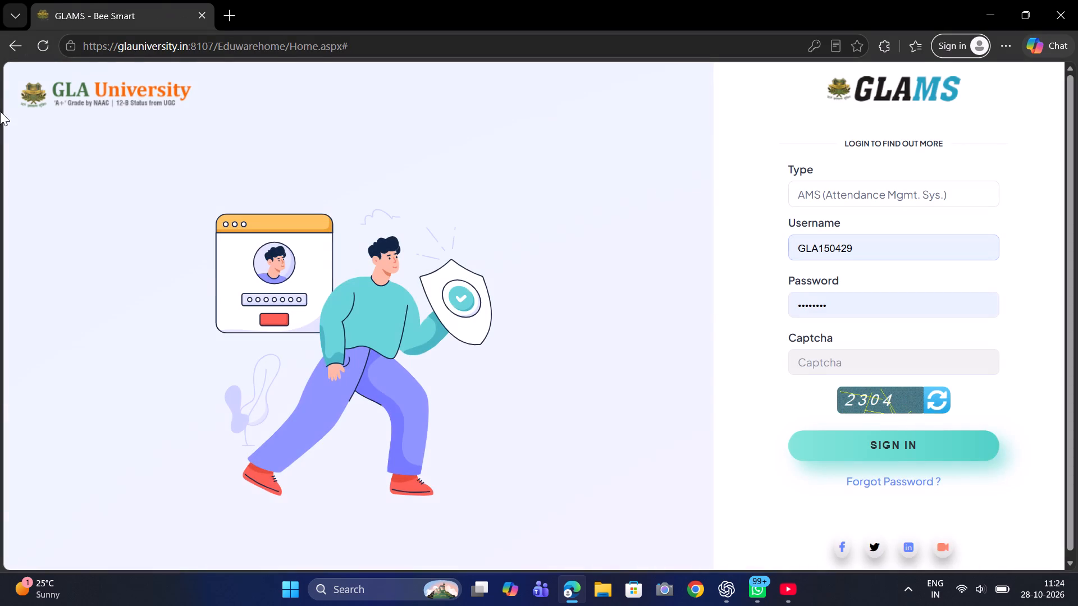
Close the GLAMS login page in the browser.
{"action": "left_click", "coordinate": [198, 15]}
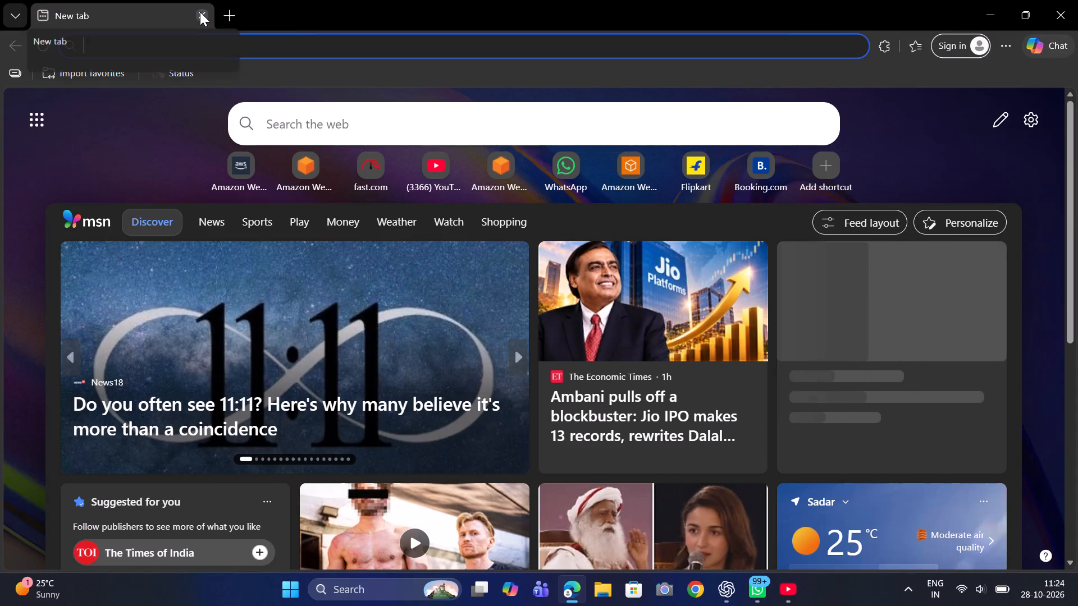
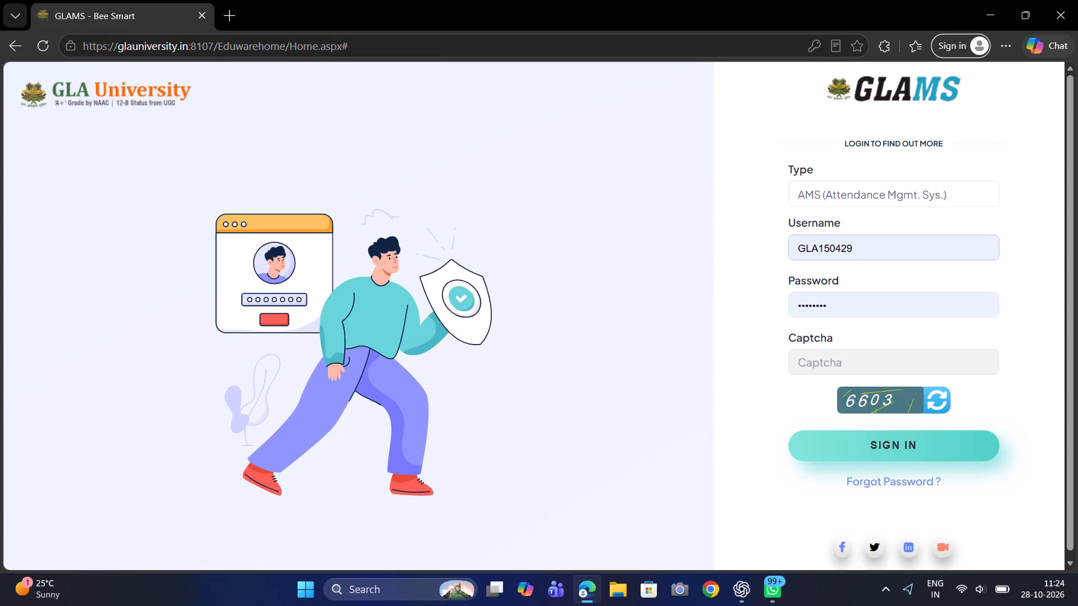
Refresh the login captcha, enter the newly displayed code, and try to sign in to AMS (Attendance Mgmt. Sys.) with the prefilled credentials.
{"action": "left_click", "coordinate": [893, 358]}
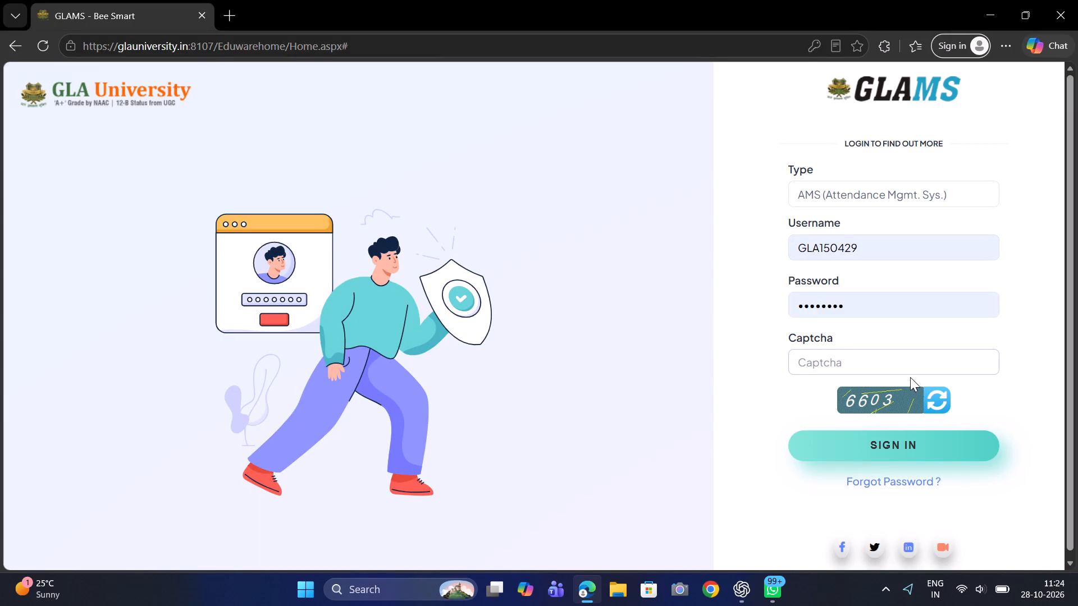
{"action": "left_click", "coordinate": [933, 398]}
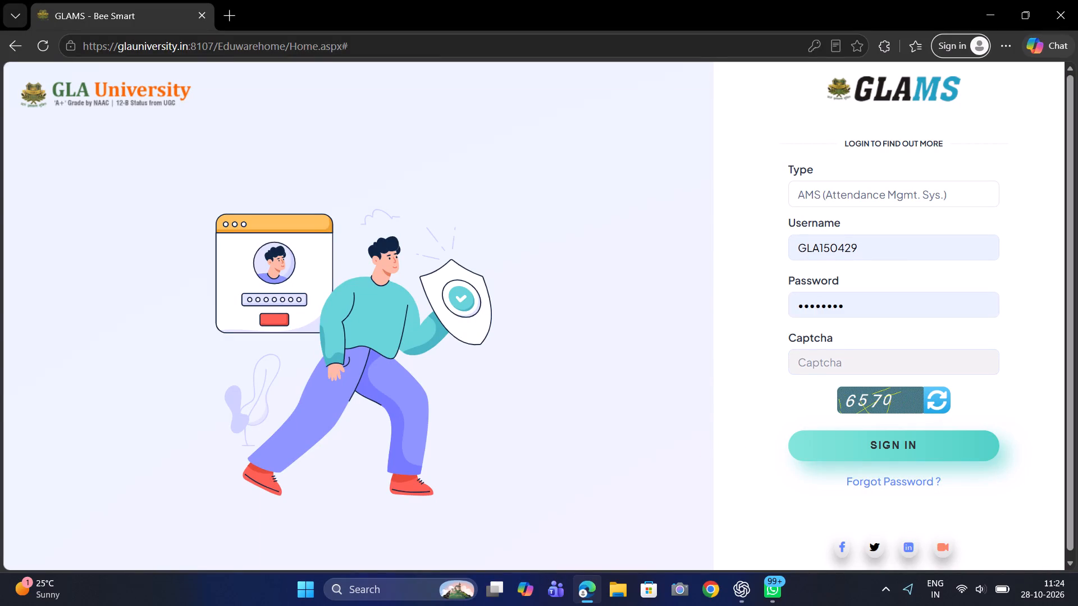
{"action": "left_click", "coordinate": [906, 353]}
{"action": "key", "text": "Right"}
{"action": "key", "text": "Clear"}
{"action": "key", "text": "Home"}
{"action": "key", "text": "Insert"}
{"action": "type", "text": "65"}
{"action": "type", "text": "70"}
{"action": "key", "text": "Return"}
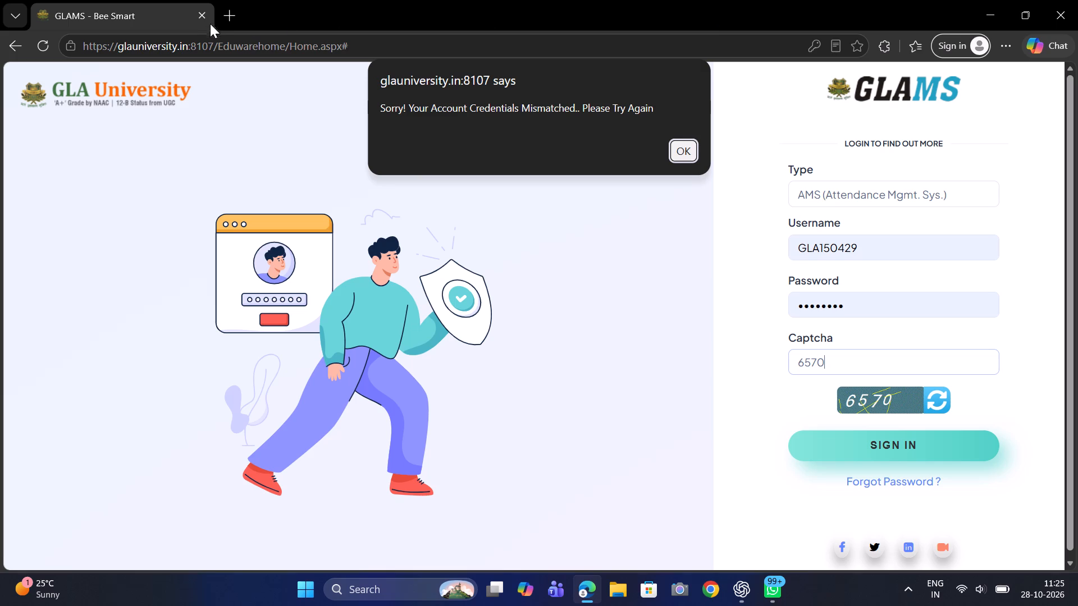
Close the GLAMS login page in the browser.
{"action": "left_click", "coordinate": [198, 15]}
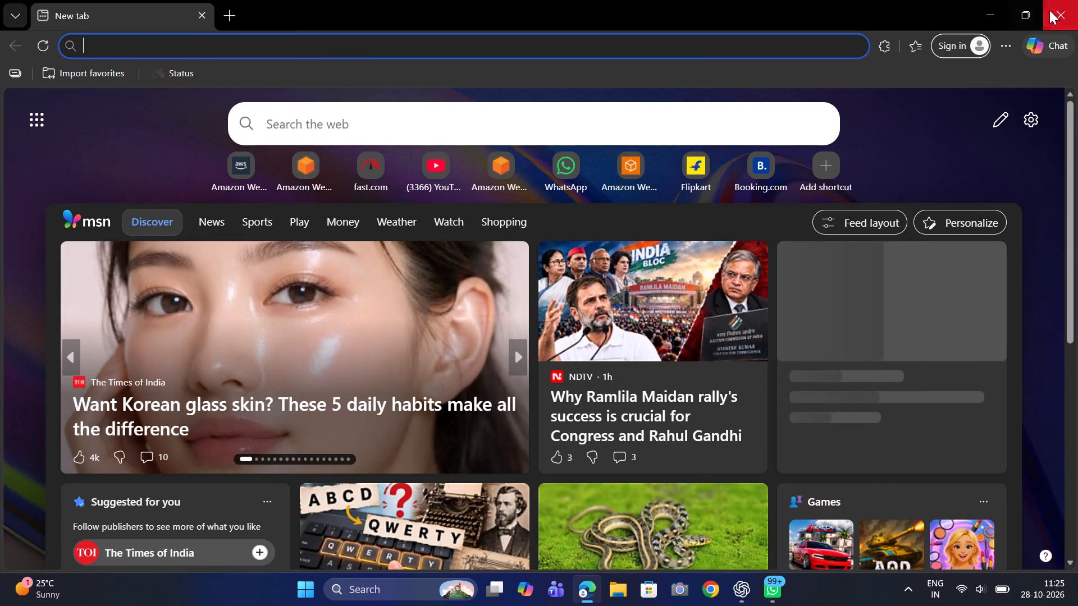